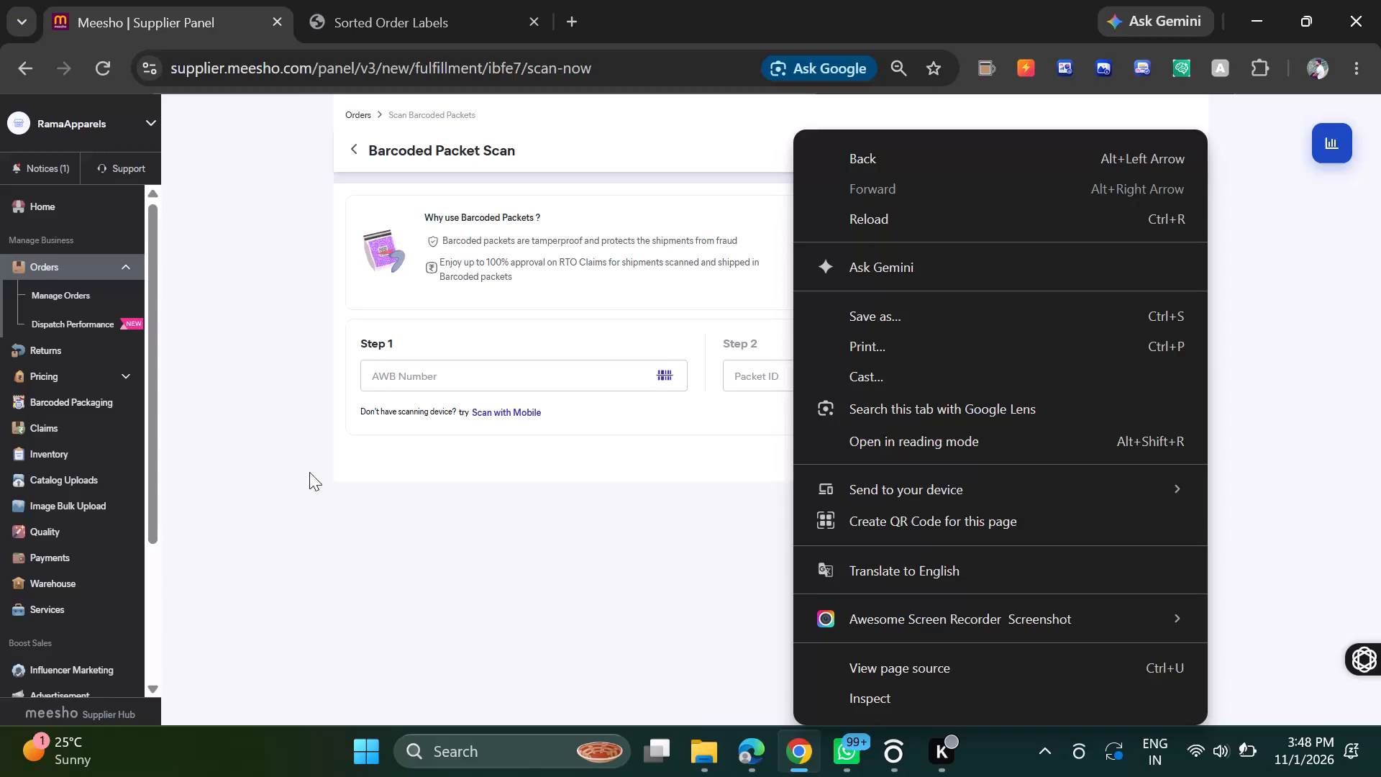
# Dismiss the open context menu over the Barcoded Packet Scan page.
pyautogui.click(334, 519)
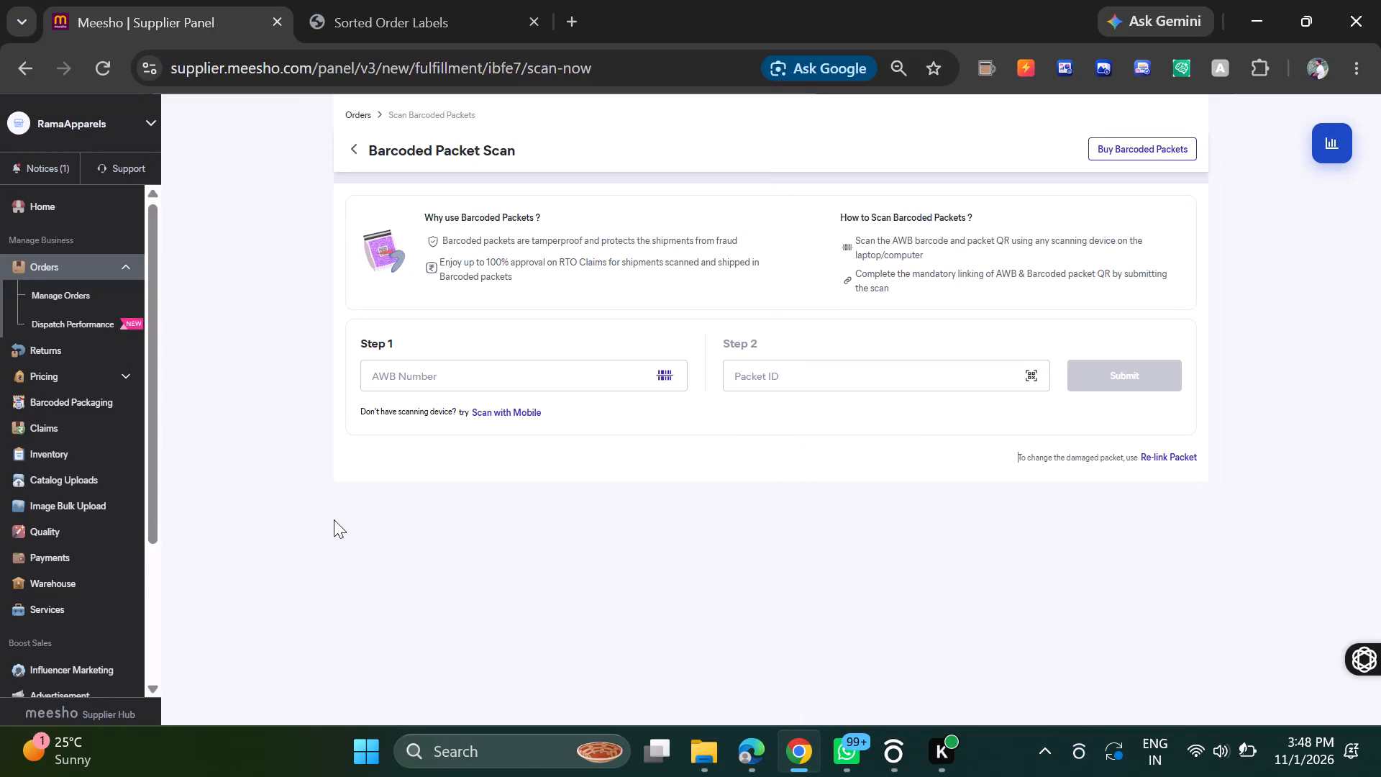
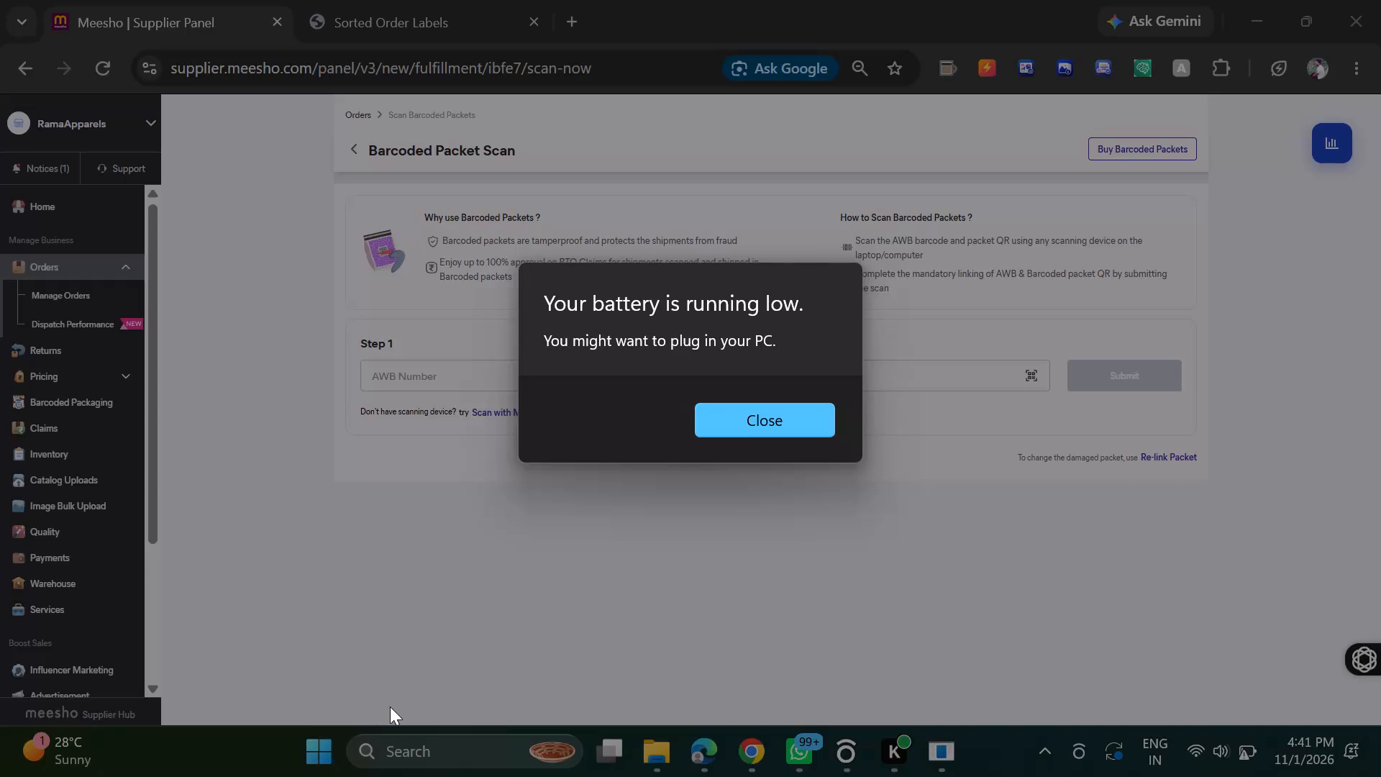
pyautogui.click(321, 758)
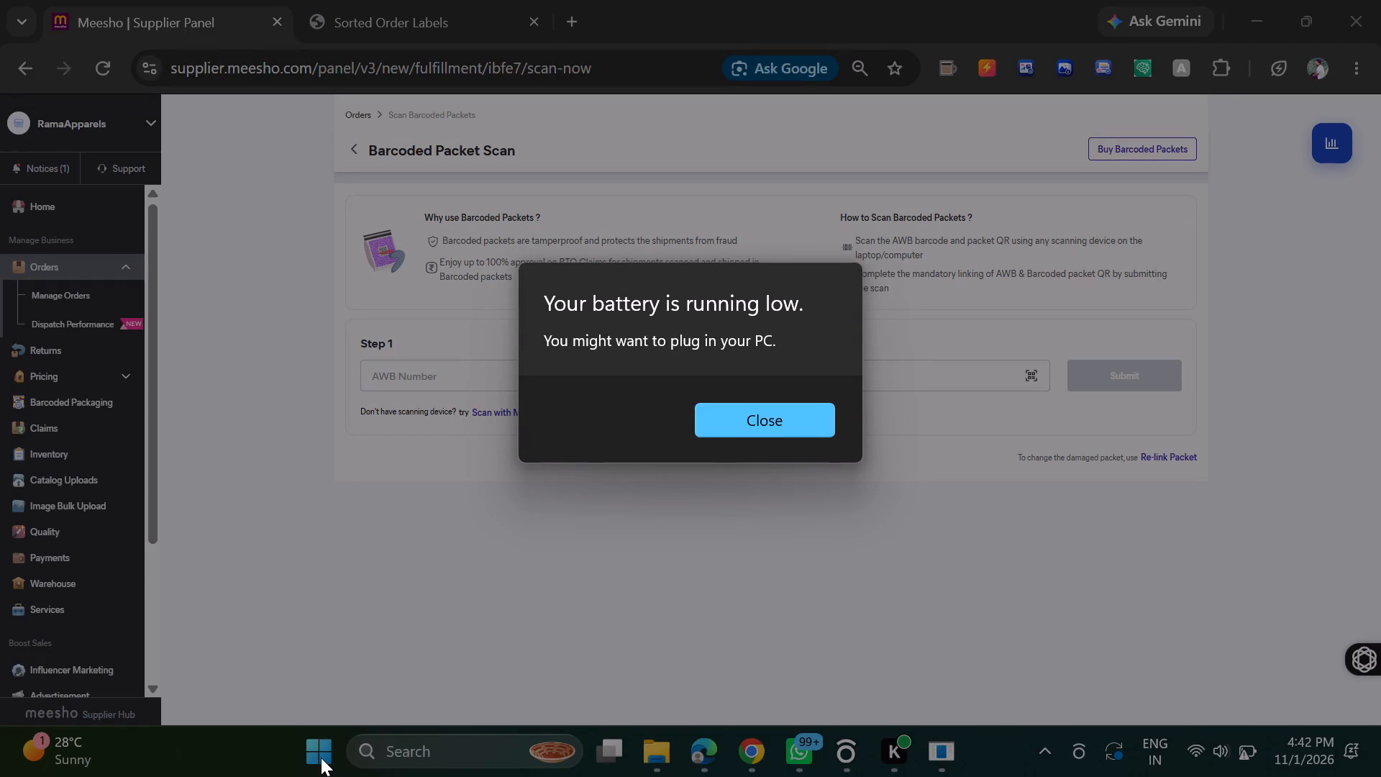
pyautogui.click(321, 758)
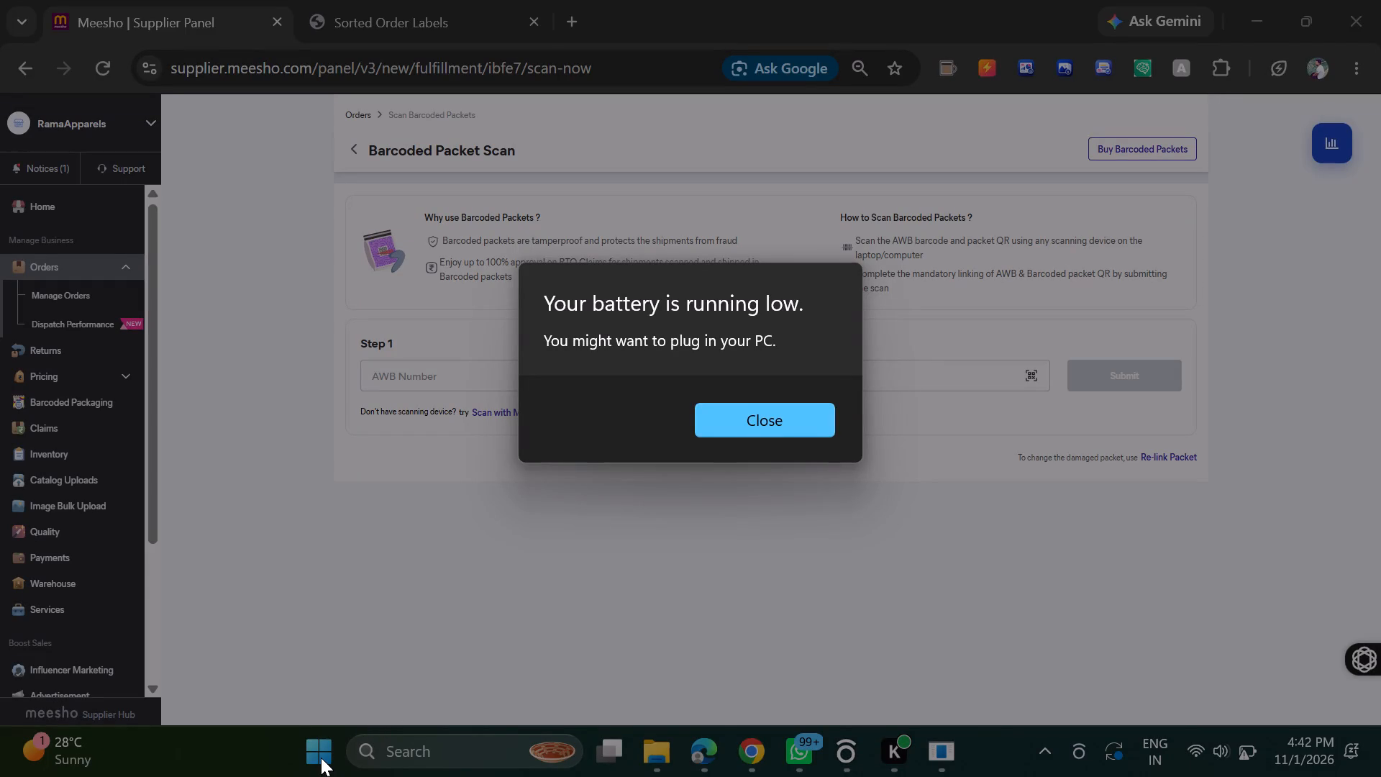